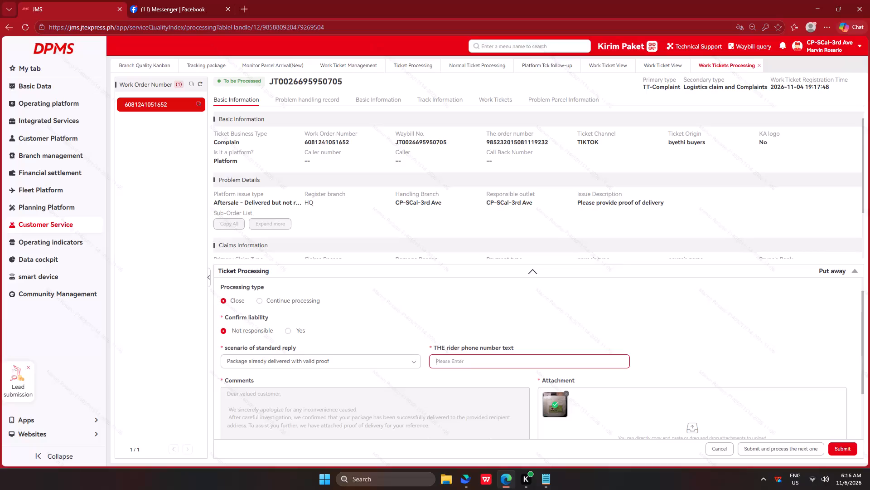
pyautogui.hotkey('ctrl', 'v')
pyautogui.scroll(-7, 538, 360)
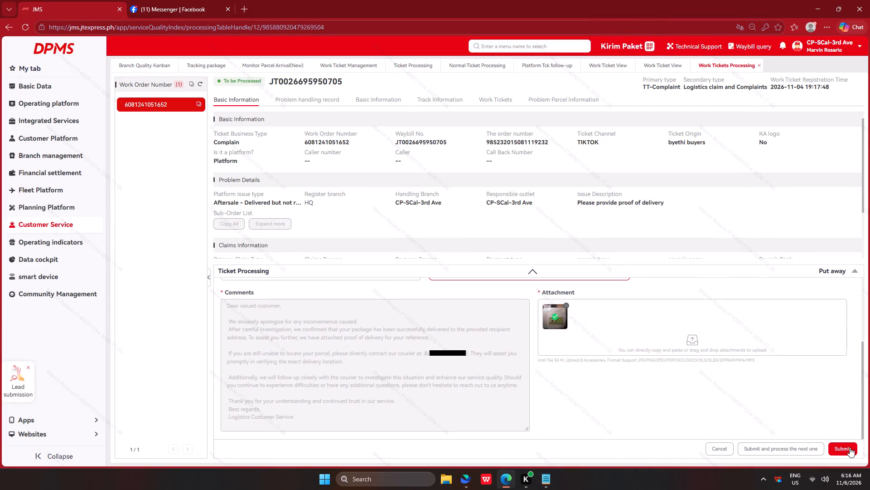
pyautogui.click(850, 447)
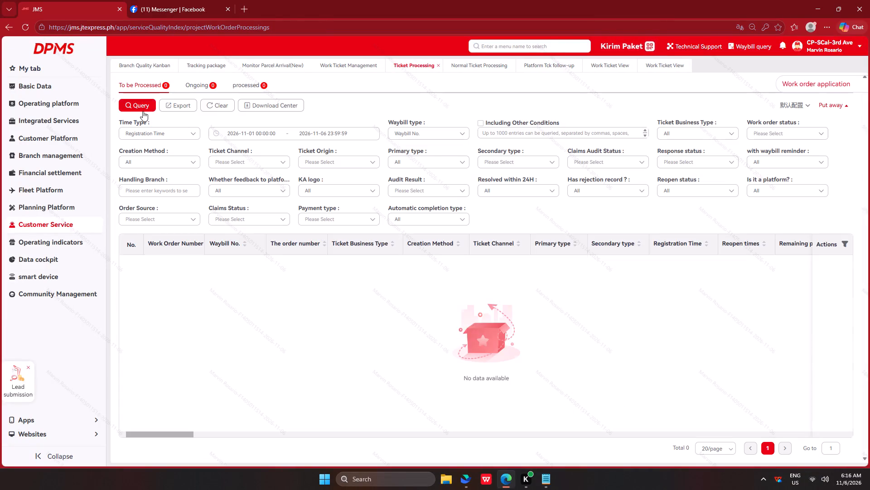
# Query the to-be-processed tickets again in Ticket Processing.
pyautogui.click(136, 108)
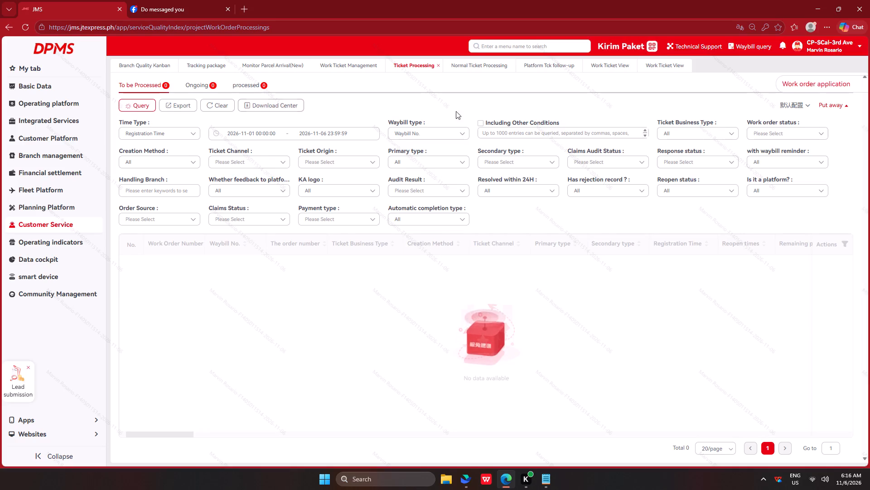
# Close both open Work Ticket View pages.
pyautogui.click(668, 66)
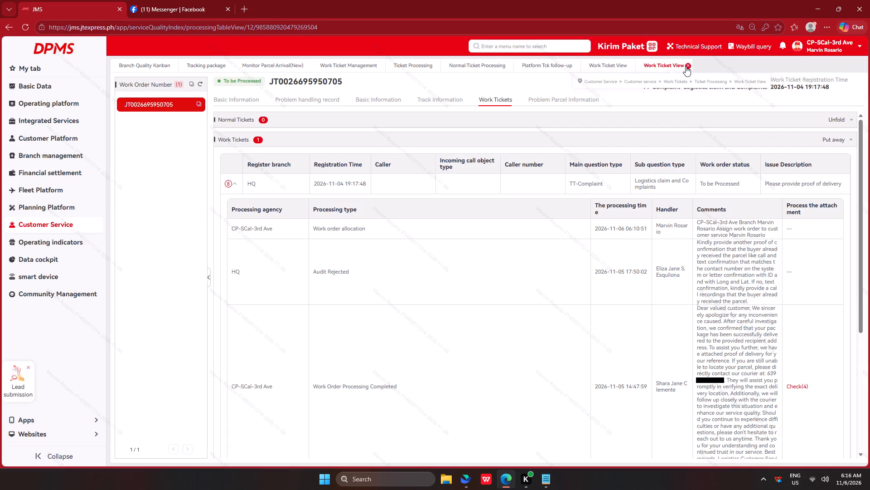
pyautogui.click(686, 66)
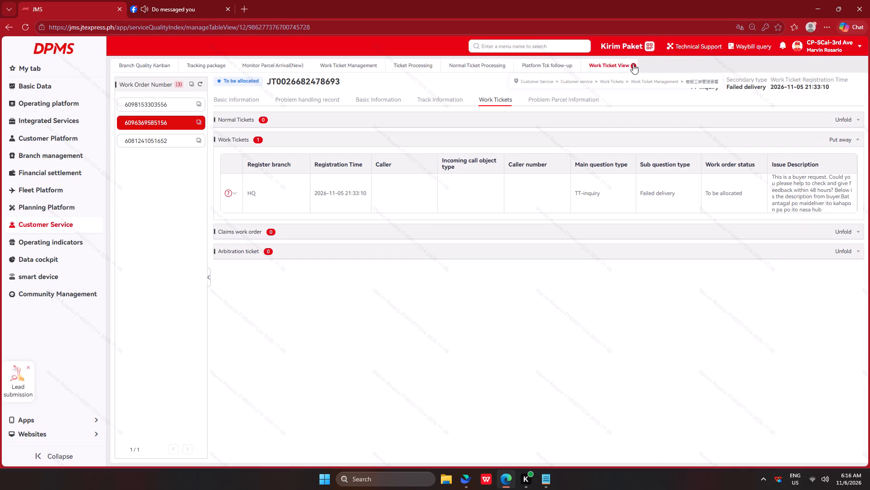
pyautogui.click(633, 64)
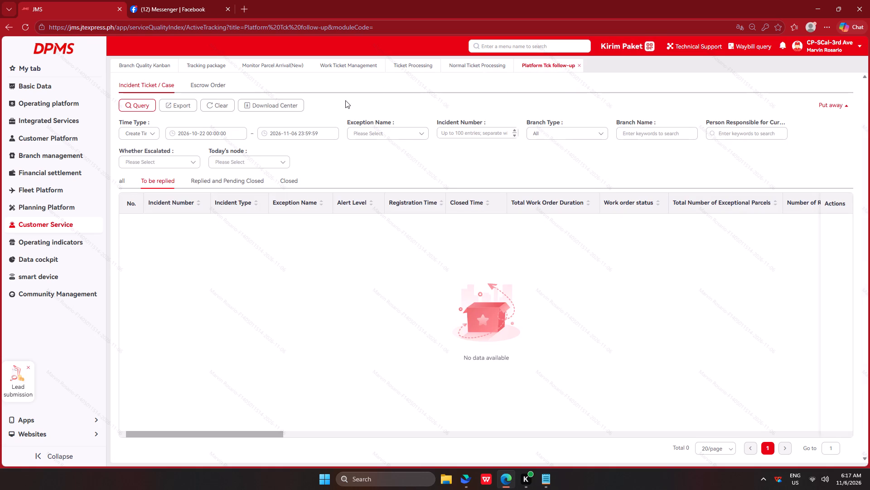
# Switch to the Normal Ticket Processing page.
pyautogui.click(469, 66)
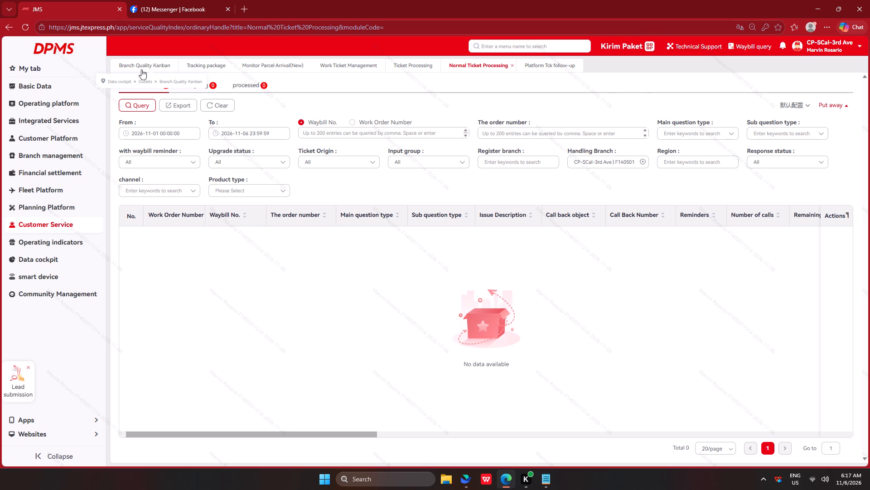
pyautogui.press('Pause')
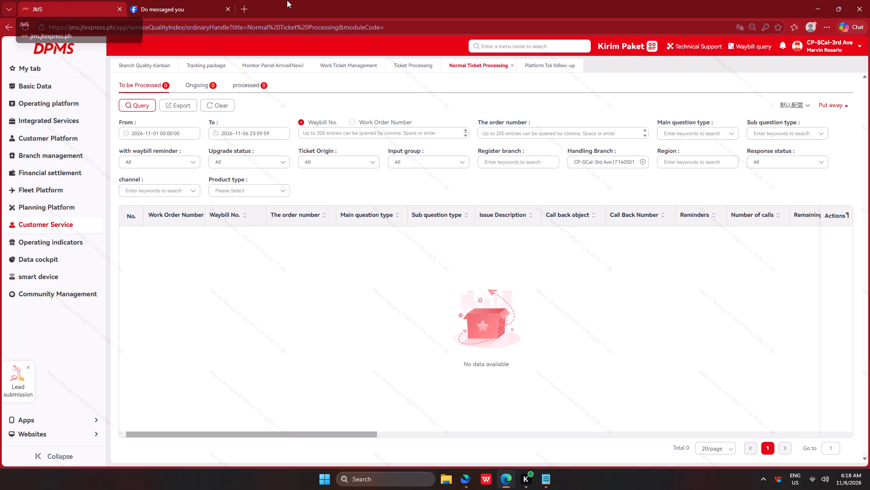
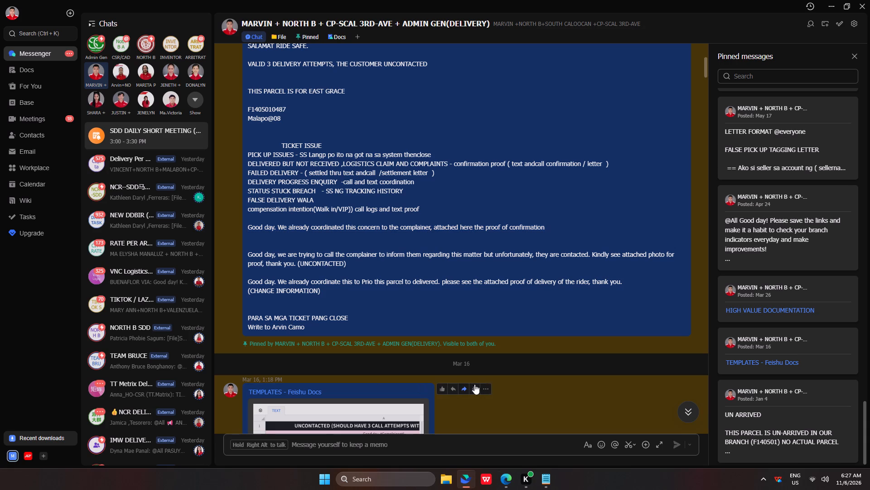
# Look through the ticket-issue notes and later messages in the self-memo chat, down to the most recent ones.
pyautogui.scroll(-6, 492, 386)
pyautogui.scroll(-20, 498, 388)
pyautogui.scroll(-4, 498, 388)
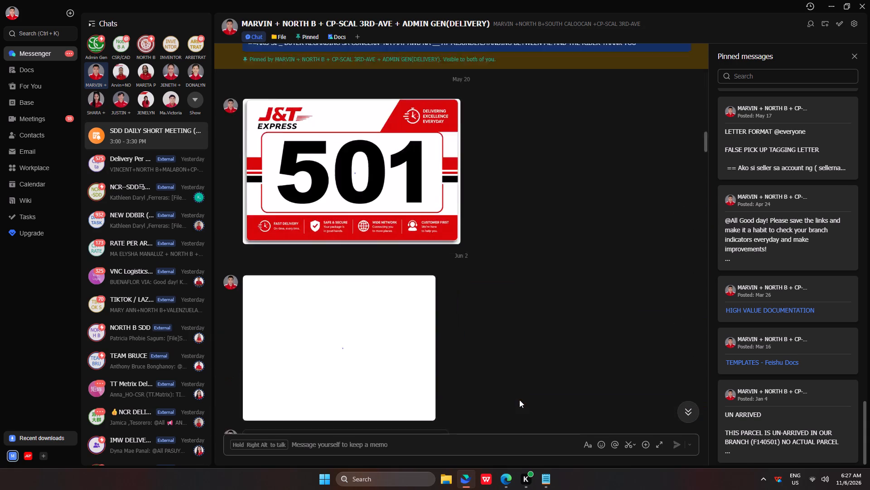
pyautogui.scroll(-7, 519, 400)
pyautogui.click(690, 408)
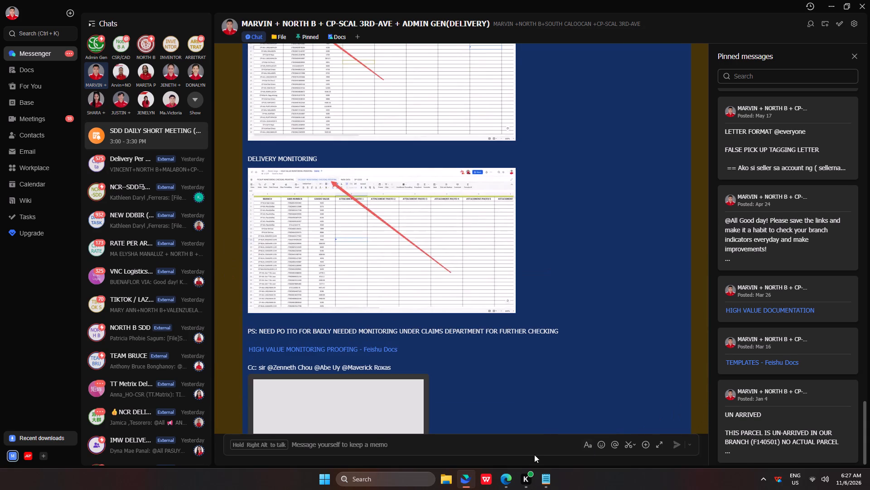
pyautogui.scroll(-8, 520, 419)
# Switch from the messenger to the JMS Work Ticket Management page in the browser.
pyautogui.click(512, 477)
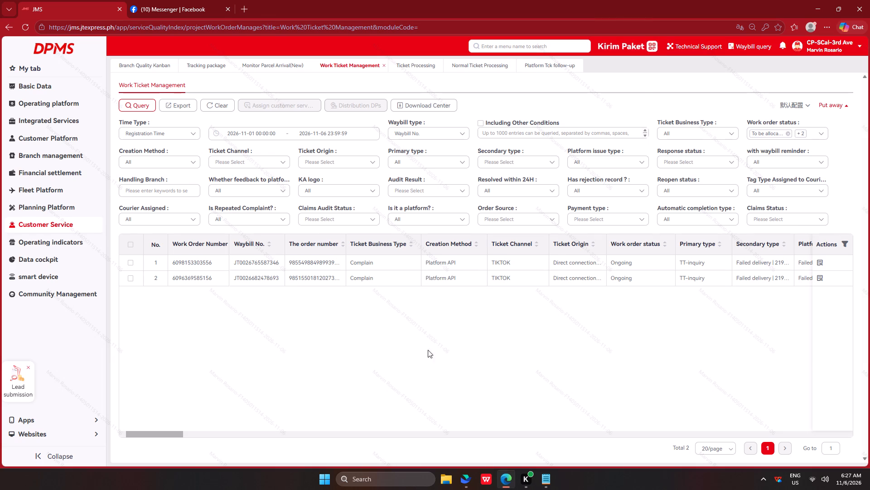
# Query the daily branch summary again in Monitor Parcel Arrival(New) and examine the should-arrive and arrived quantities.
pyautogui.click(260, 68)
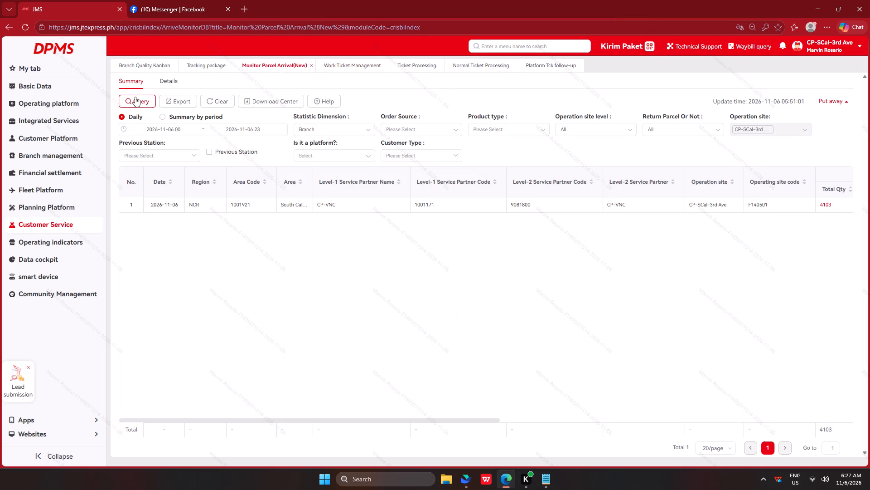
pyautogui.click(133, 99)
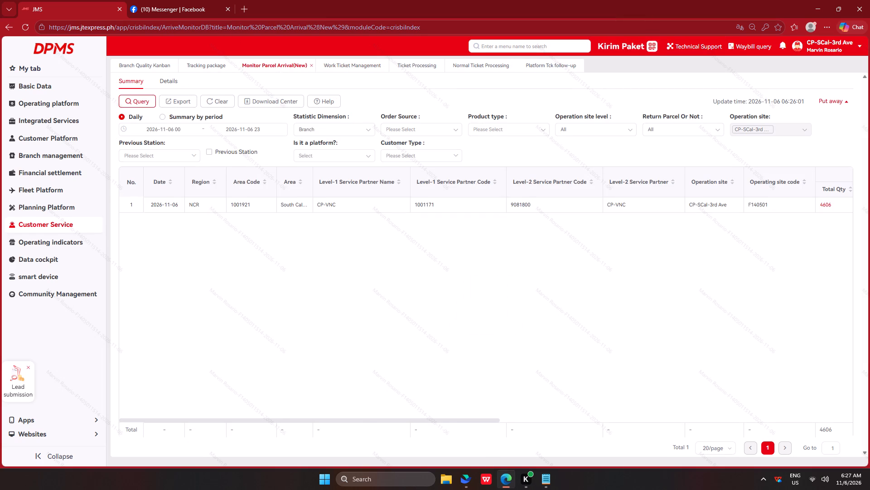
pyautogui.moveTo(364, 421); pyautogui.dragTo(715, 418)
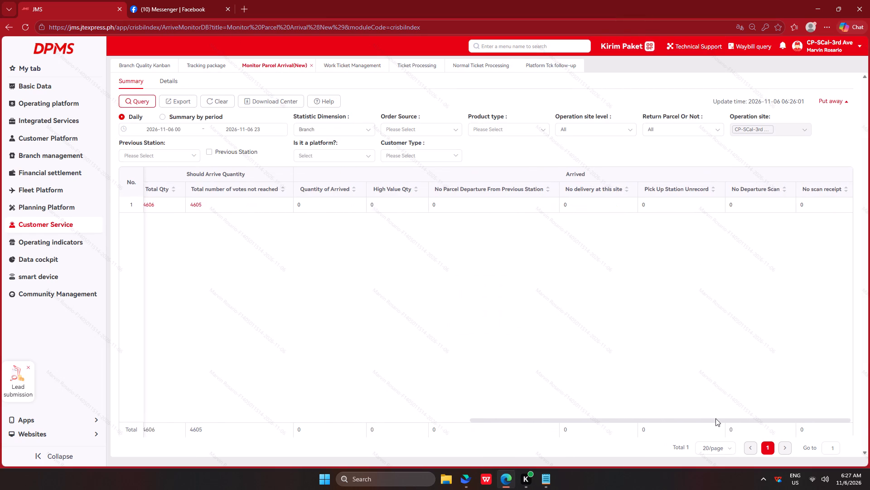
pyautogui.moveTo(715, 418); pyautogui.dragTo(0, 489)
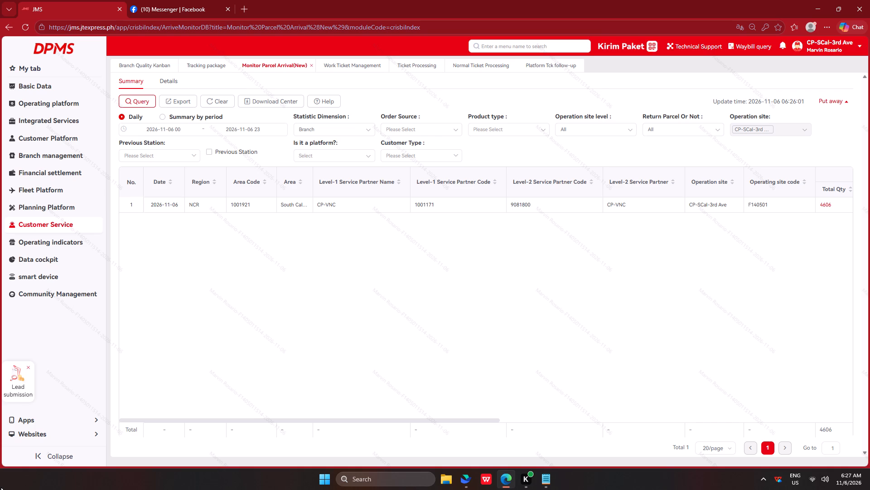
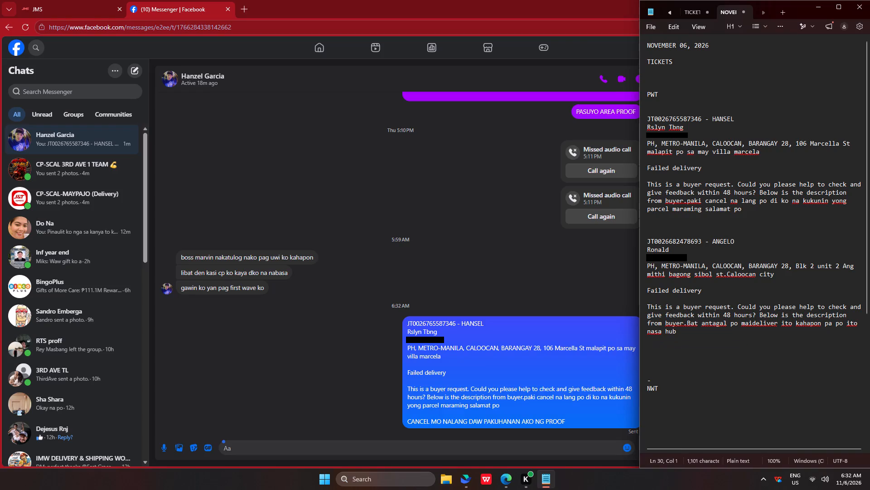
pyautogui.click(651, 76)
pyautogui.hotkey('ctrl', 'v')
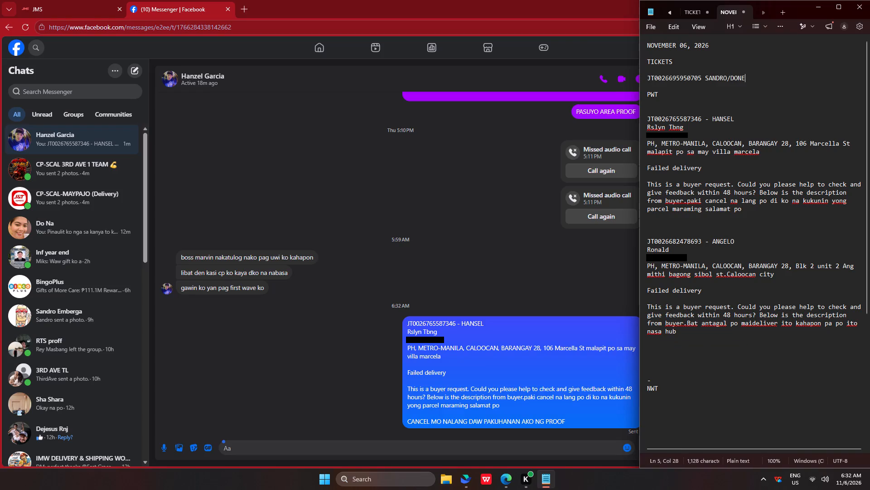